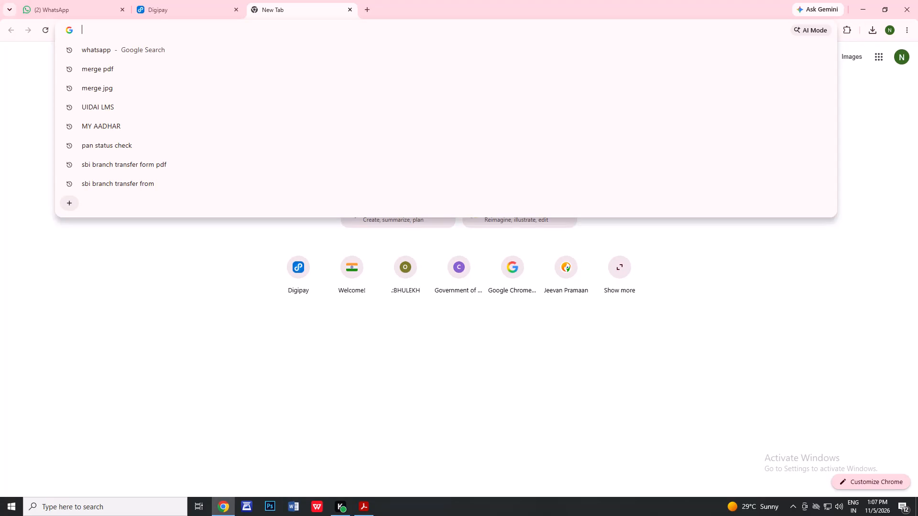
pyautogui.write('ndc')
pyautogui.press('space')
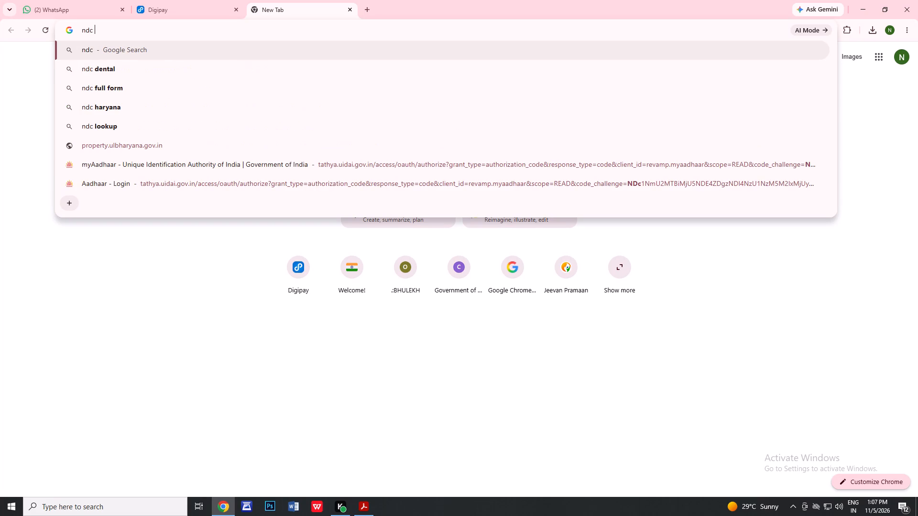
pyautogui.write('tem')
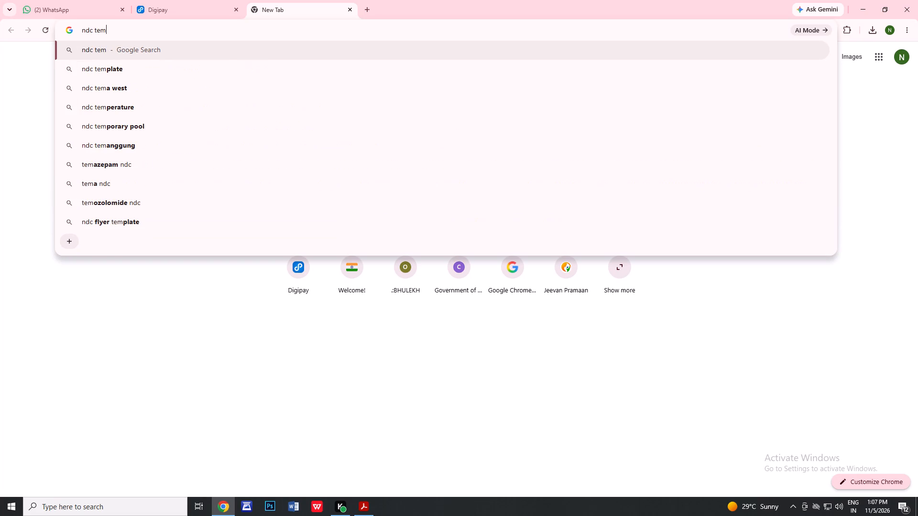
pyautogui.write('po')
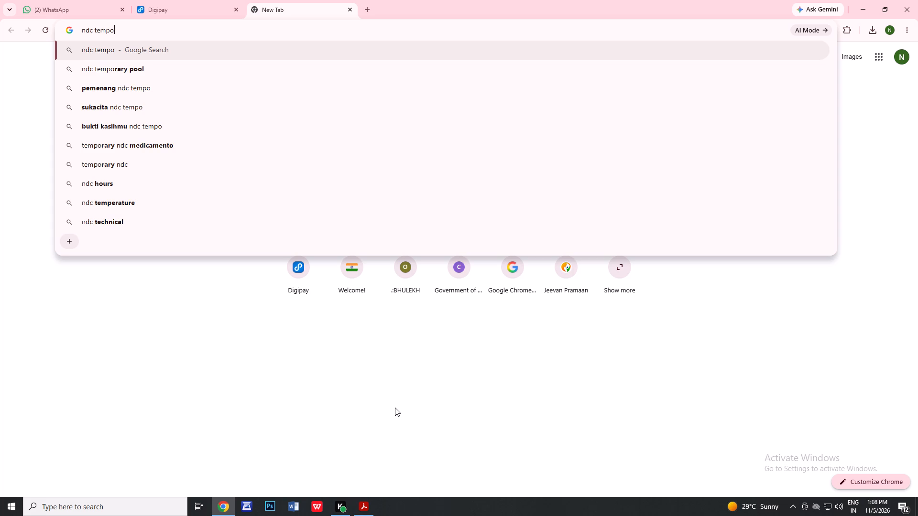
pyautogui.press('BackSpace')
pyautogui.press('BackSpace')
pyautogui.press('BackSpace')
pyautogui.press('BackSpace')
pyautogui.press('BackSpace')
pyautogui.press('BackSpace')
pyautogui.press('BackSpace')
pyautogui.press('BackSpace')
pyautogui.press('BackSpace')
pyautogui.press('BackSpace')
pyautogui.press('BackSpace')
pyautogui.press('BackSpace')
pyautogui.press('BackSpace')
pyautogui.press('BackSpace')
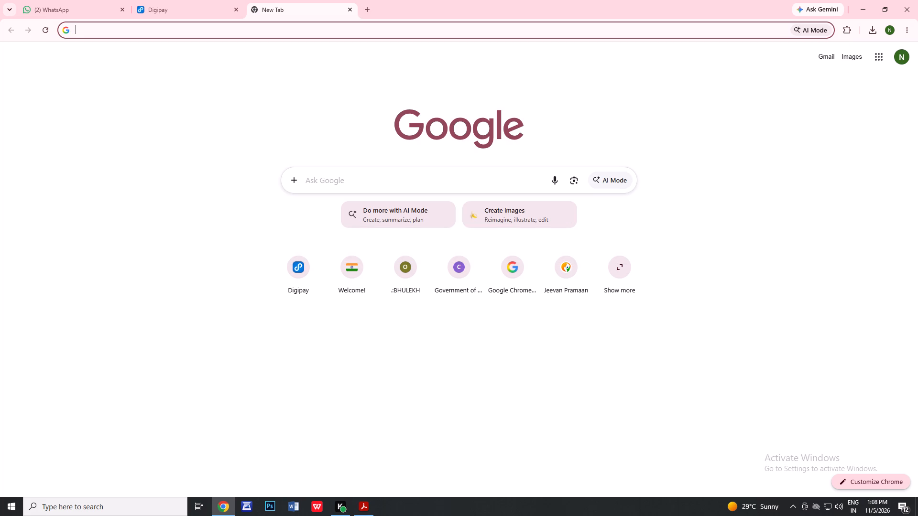
# Search the web for "temporary commercial electricity connection".
pyautogui.write('tempo')
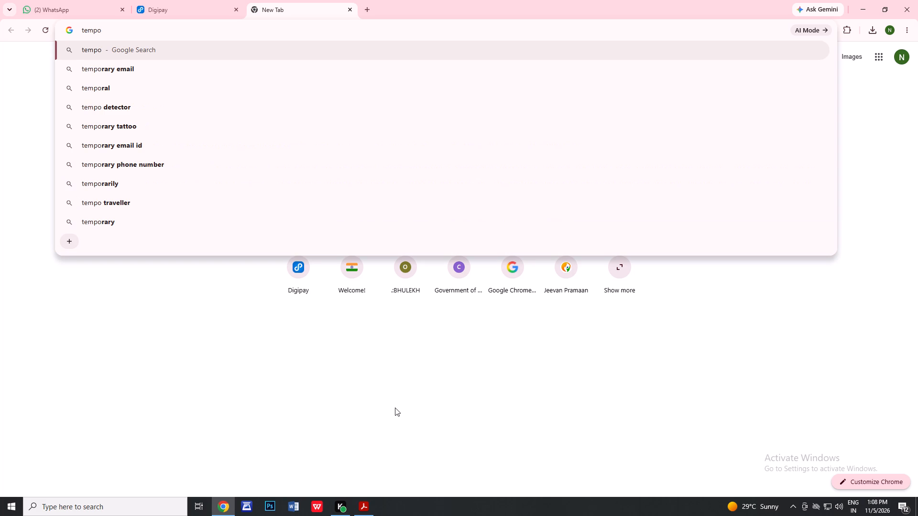
pyautogui.write('rary')
pyautogui.press('space')
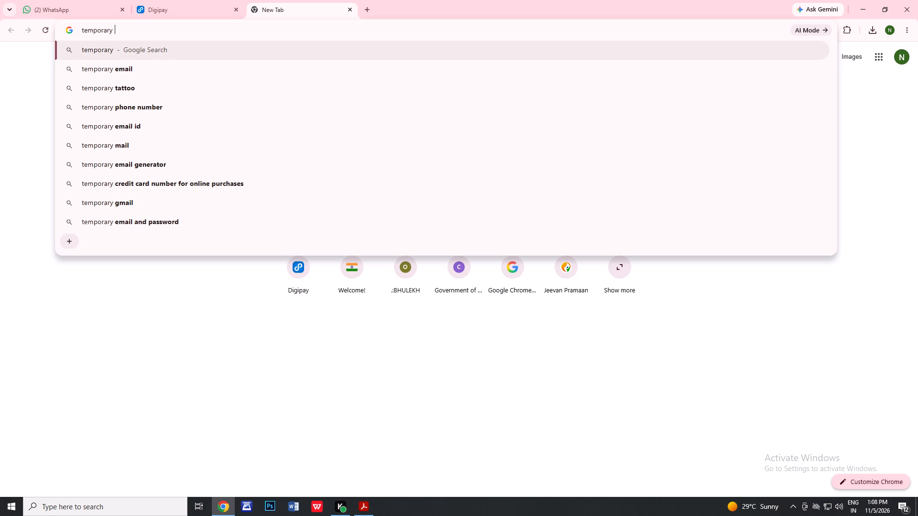
pyautogui.press('space')
pyautogui.write('commercial')
pyautogui.press('space')
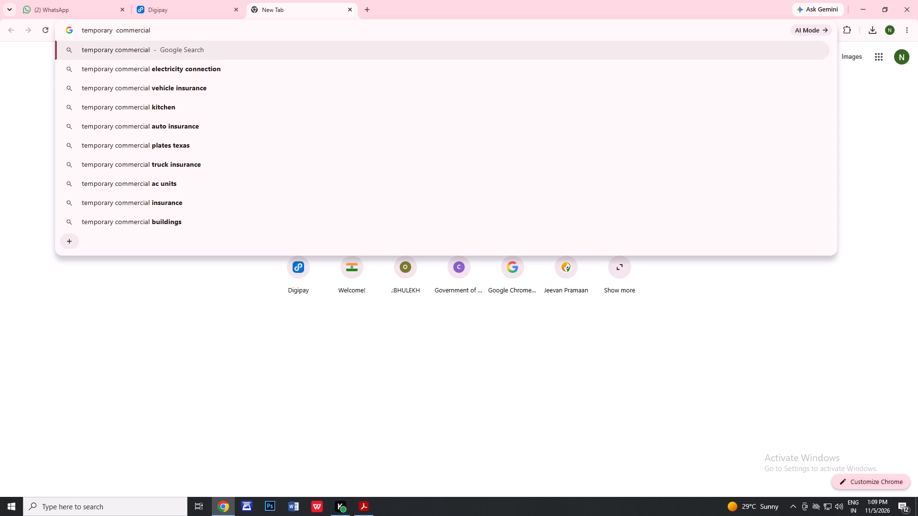
pyautogui.click(141, 65)
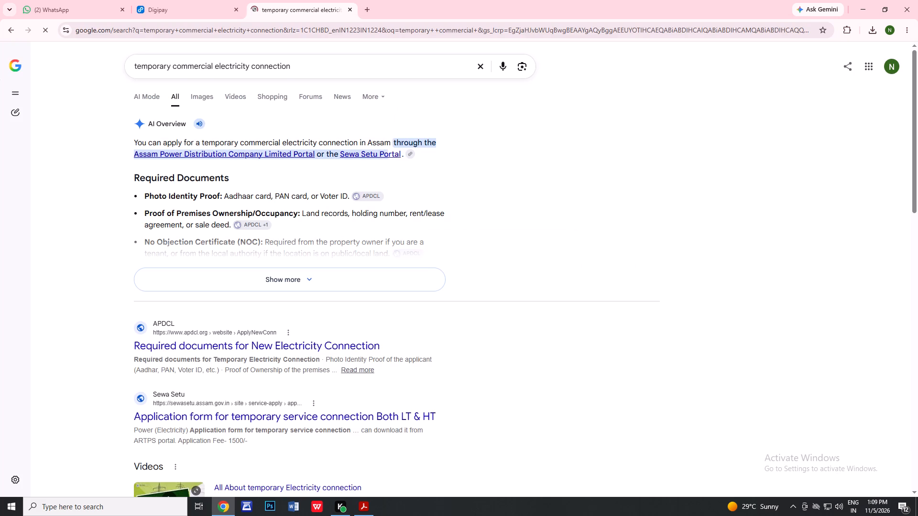
# Refine the web search to "temporary commercial electricity connection odisha".
pyautogui.click(305, 64)
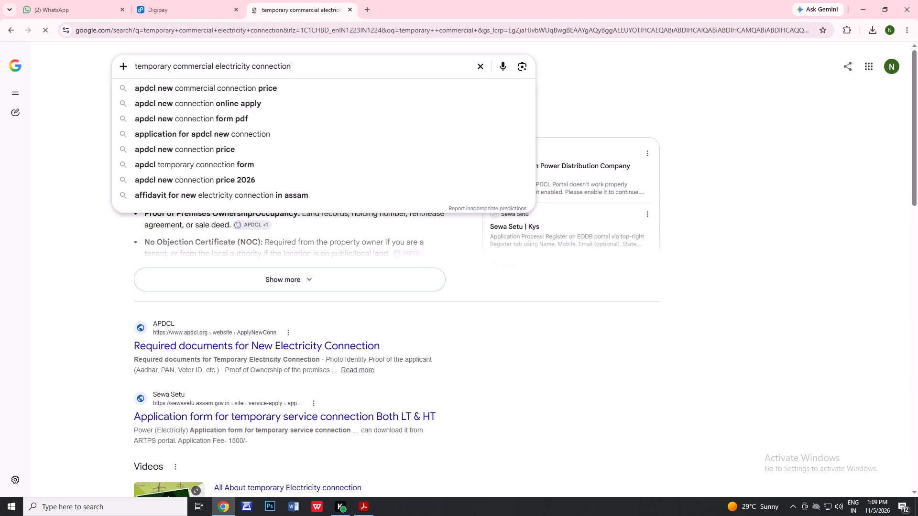
pyautogui.press('space')
pyautogui.write('odisha')
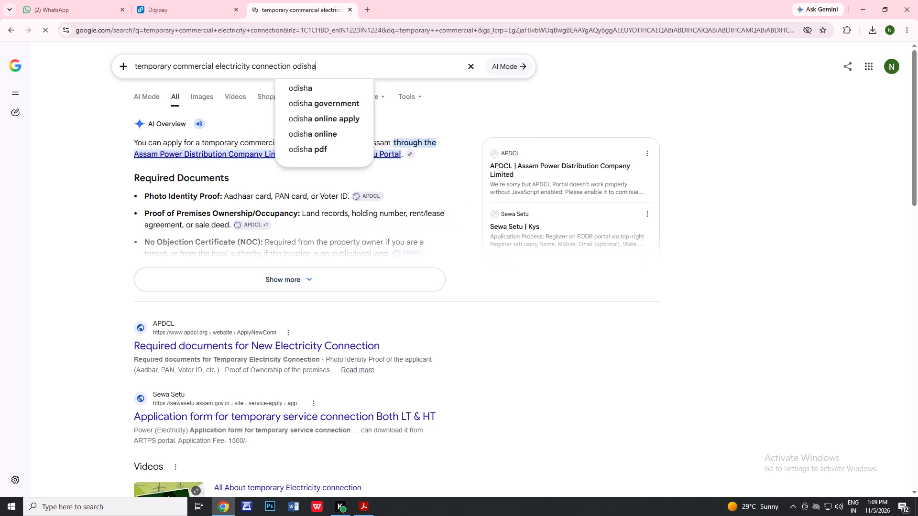
pyautogui.press('Return')
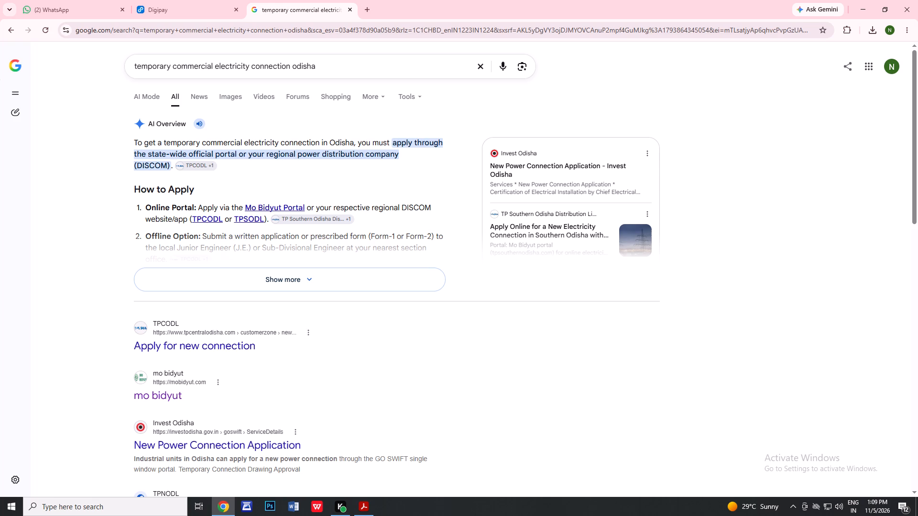
# Expand the AI overview of how to apply and open the Mo Bidyut Portal from it.
pyautogui.click(190, 272)
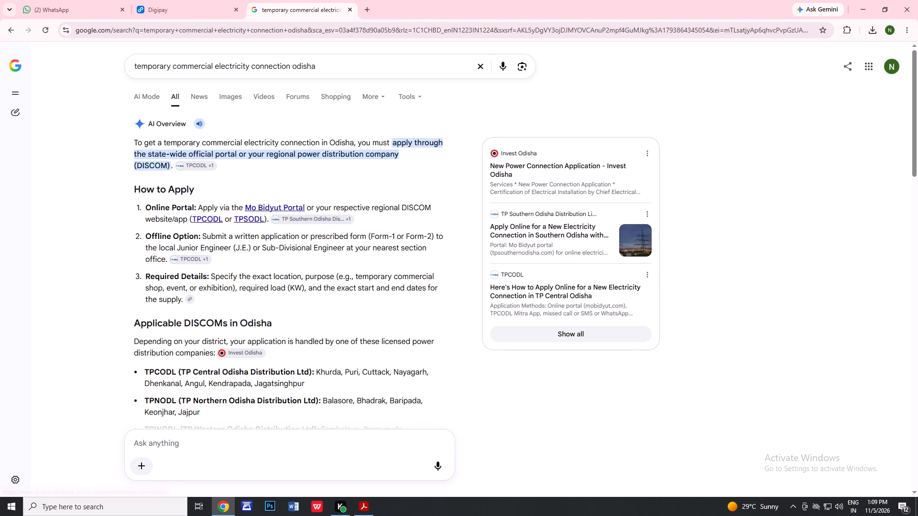
pyautogui.click(276, 207)
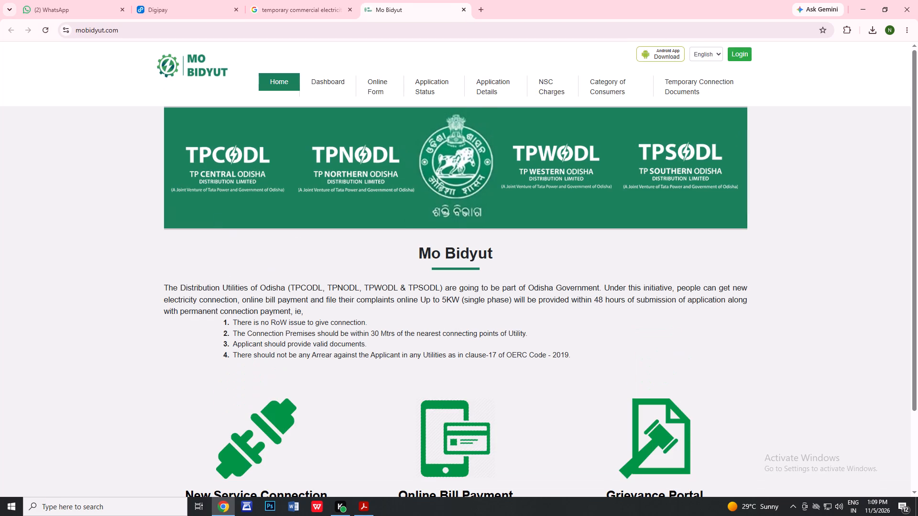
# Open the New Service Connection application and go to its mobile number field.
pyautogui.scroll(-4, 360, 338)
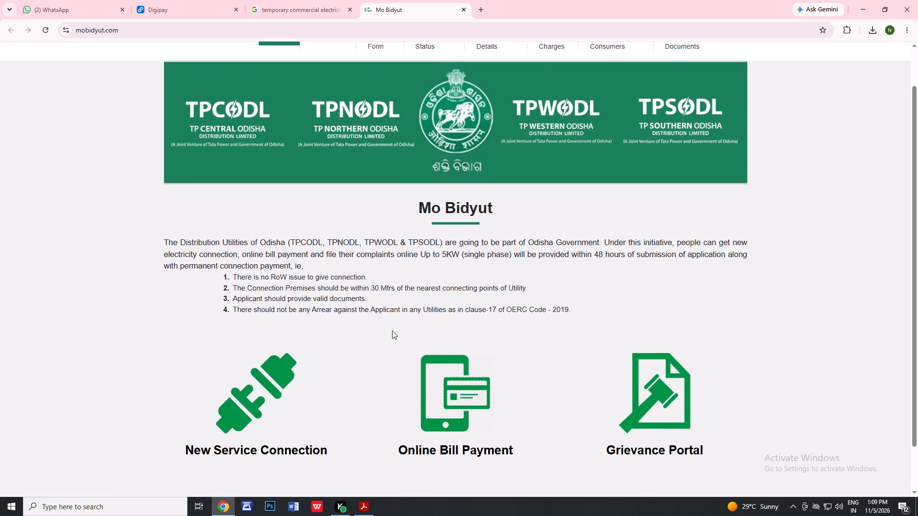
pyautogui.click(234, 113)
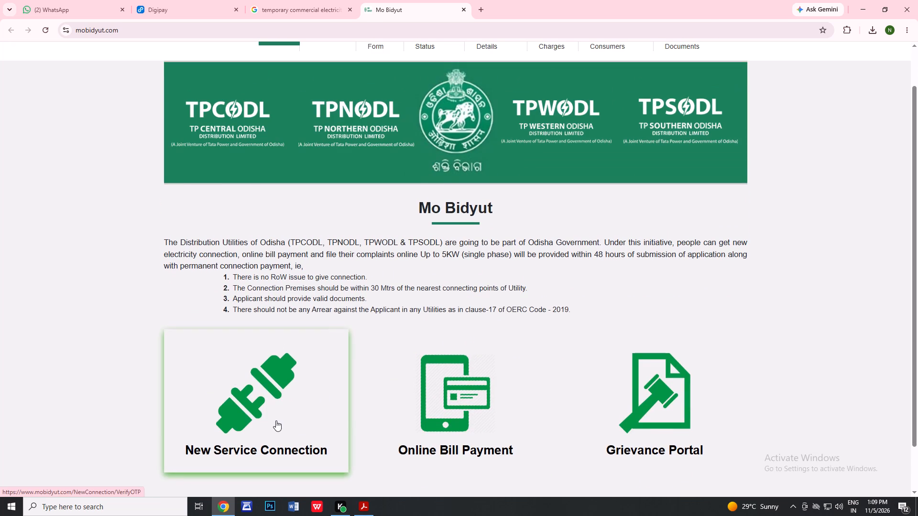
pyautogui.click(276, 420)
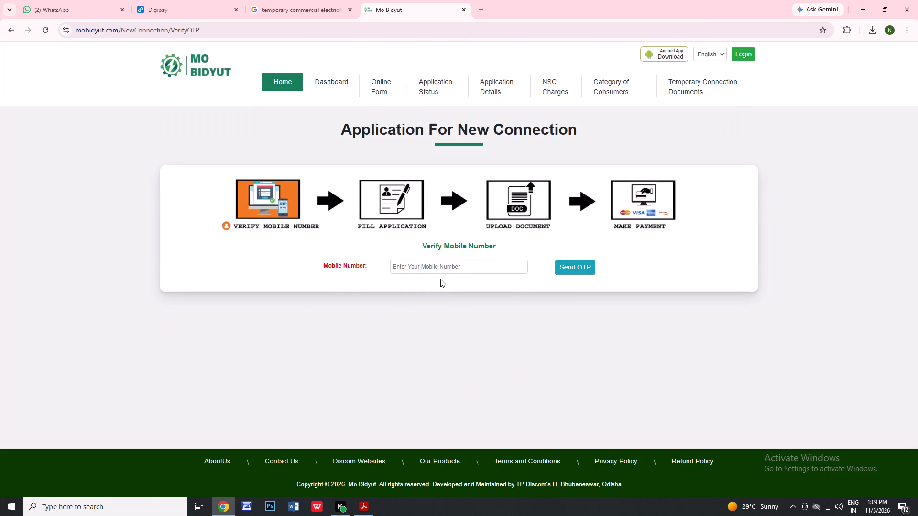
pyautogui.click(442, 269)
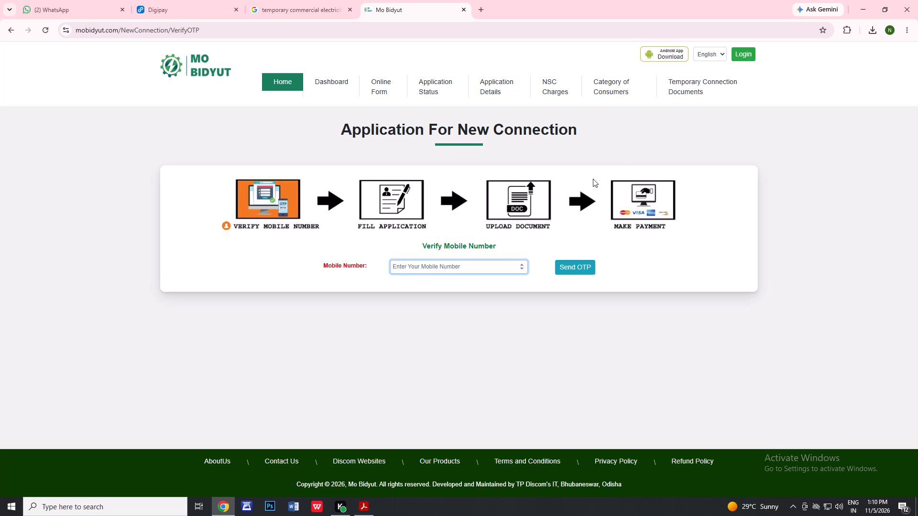
# Open the Temporary Connection Documents page to check which documents are required.
pyautogui.click(678, 87)
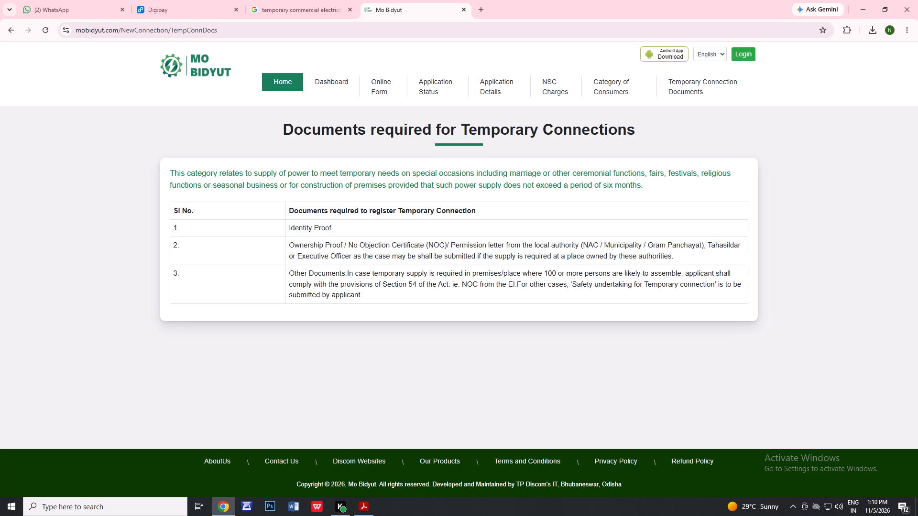
# Open the Online Form page to view the connection type choices.
pyautogui.click(385, 96)
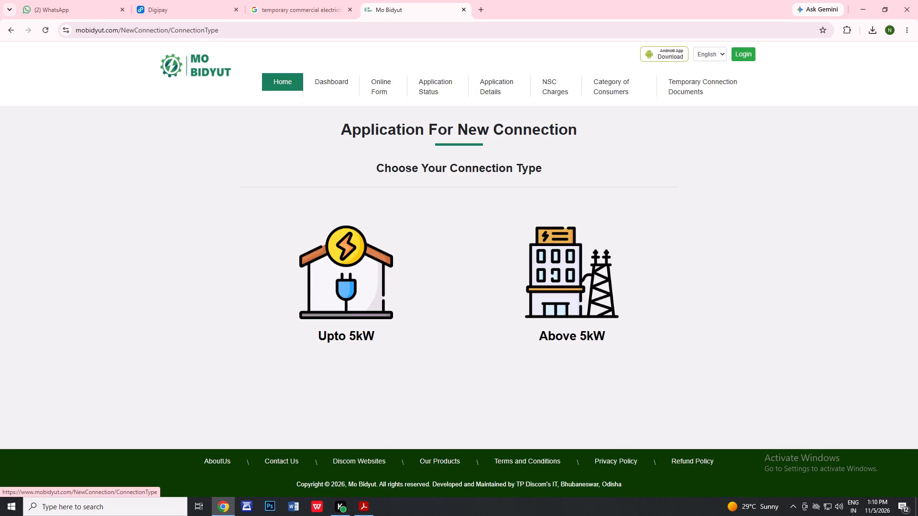
# Return to the Mo Bidyut home page and open the New Service Connection application.
pyautogui.click(284, 83)
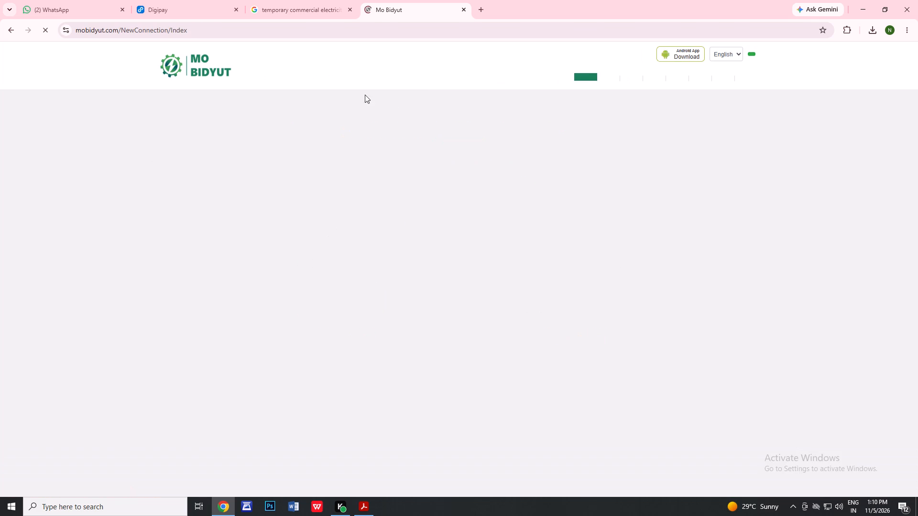
pyautogui.click(259, 436)
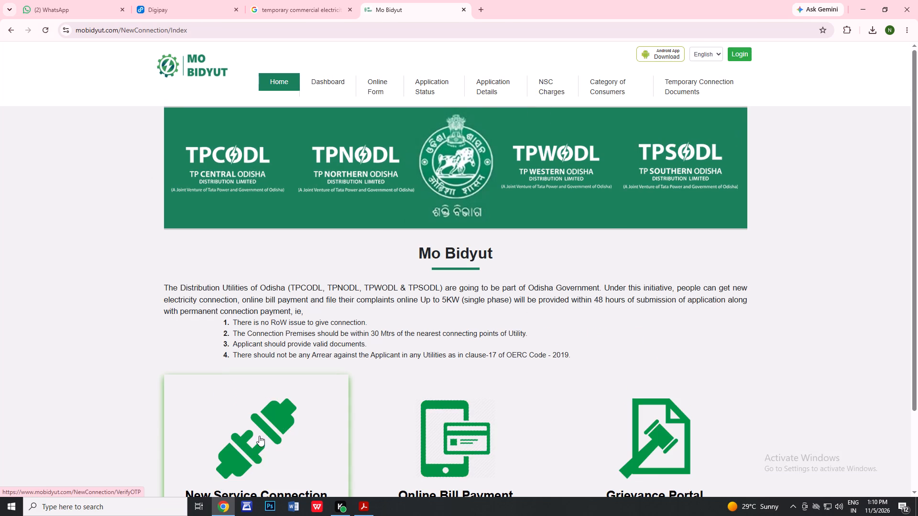
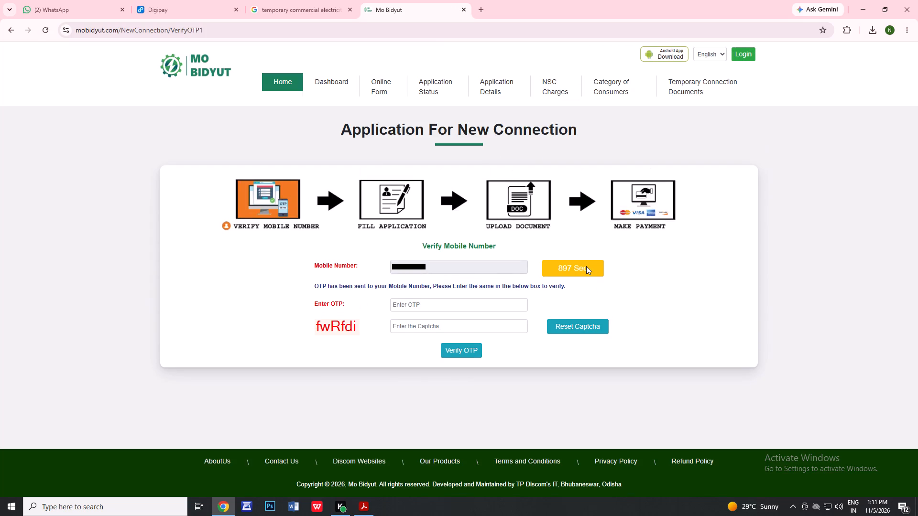
# Fill in the captcha fwRfdi on the Verify Mobile Number form of the new connection application.
pyautogui.click(415, 328)
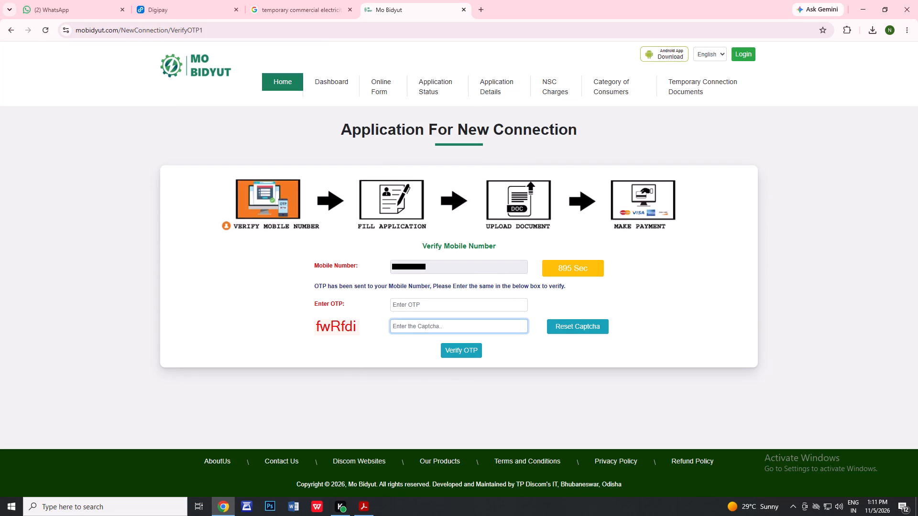
pyautogui.press('f')
pyautogui.press('w')
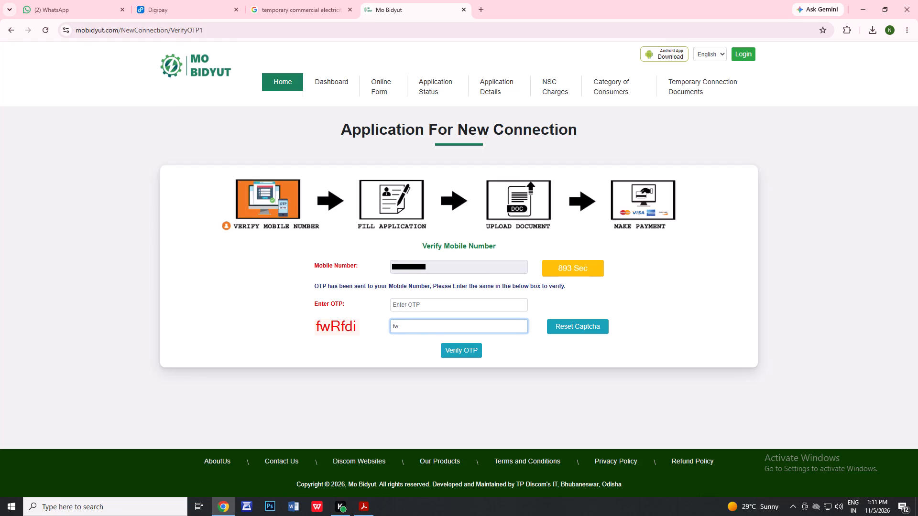
pyautogui.press('r')
pyautogui.write('fdi')
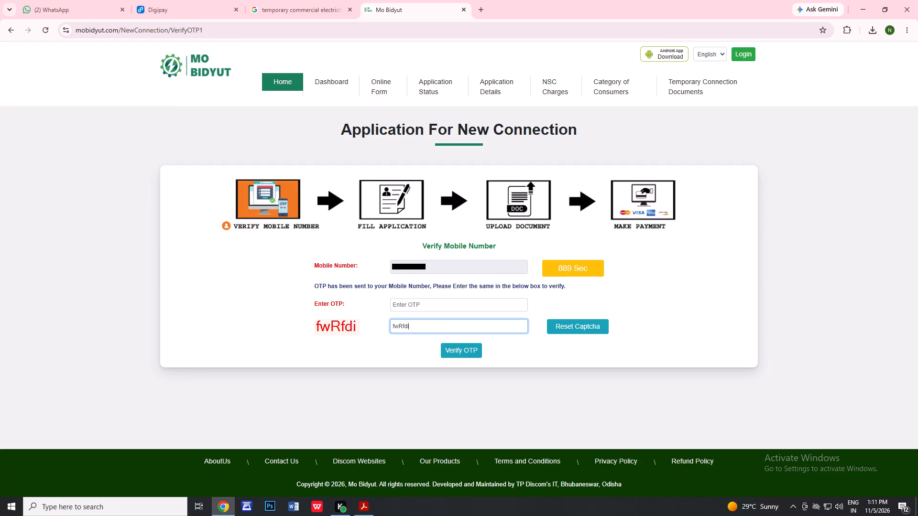
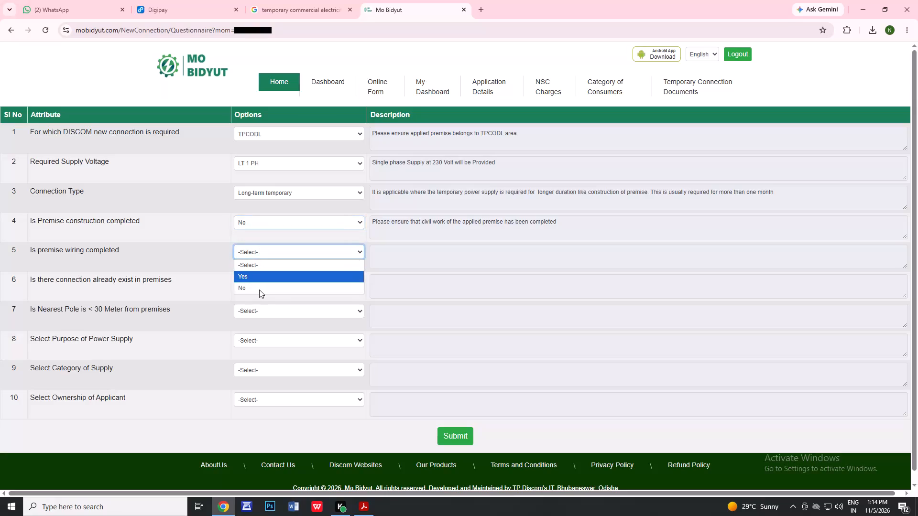
# Answer No to whether the premise wiring is completed in the connection questionnaire.
pyautogui.click(259, 290)
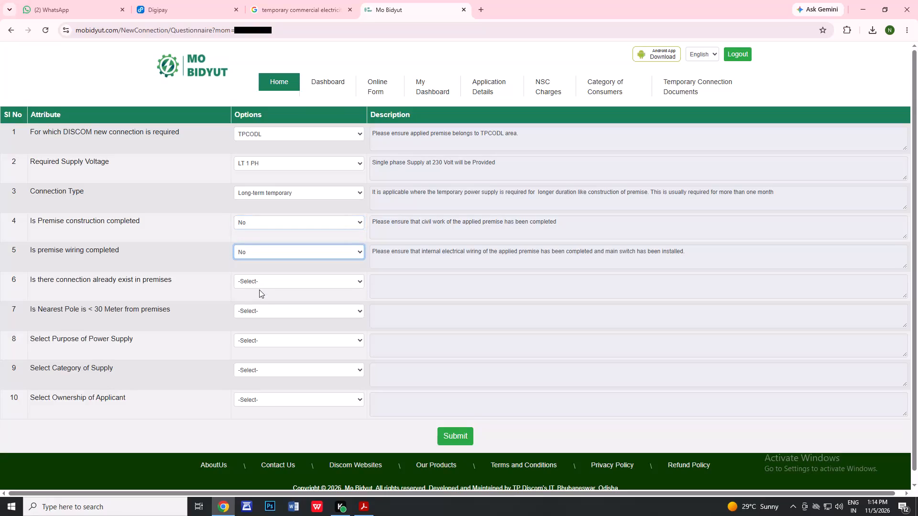
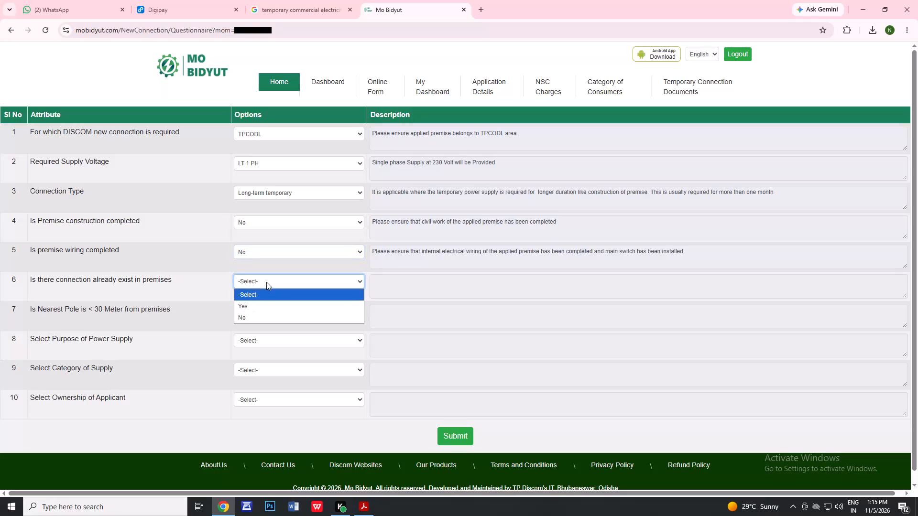
# Answer No to whether a connection already exists in the premises and Yes to the nearest pole being under 30 meters away.
pyautogui.click(256, 315)
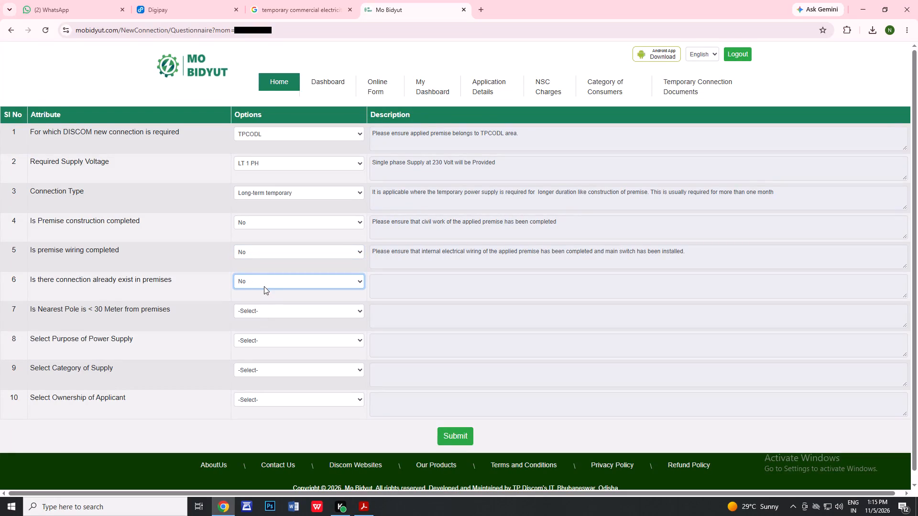
pyautogui.click(263, 310)
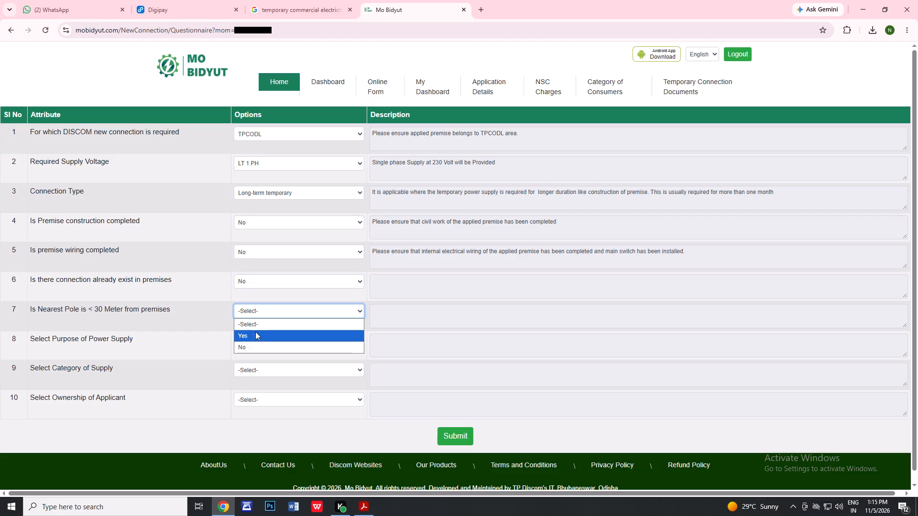
pyautogui.click(254, 334)
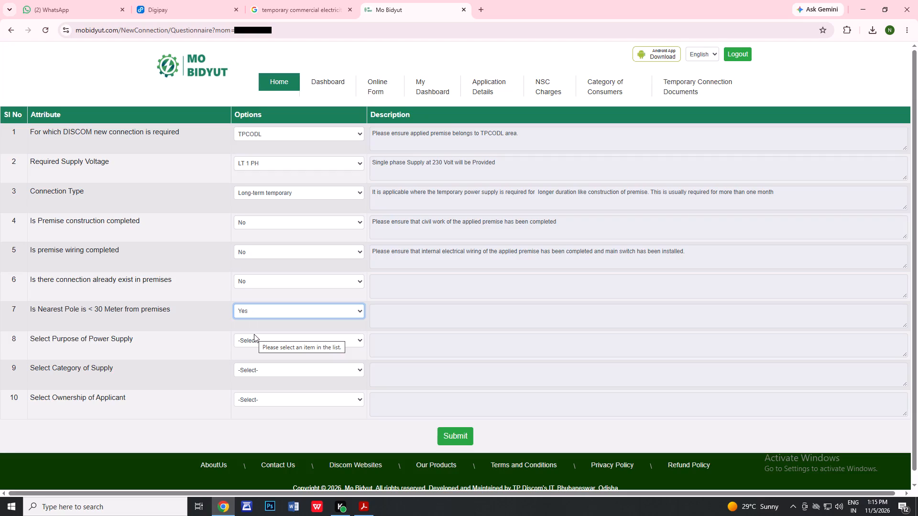
# Set the purpose of power supply to Commercial in the connection questionnaire.
pyautogui.click(260, 342)
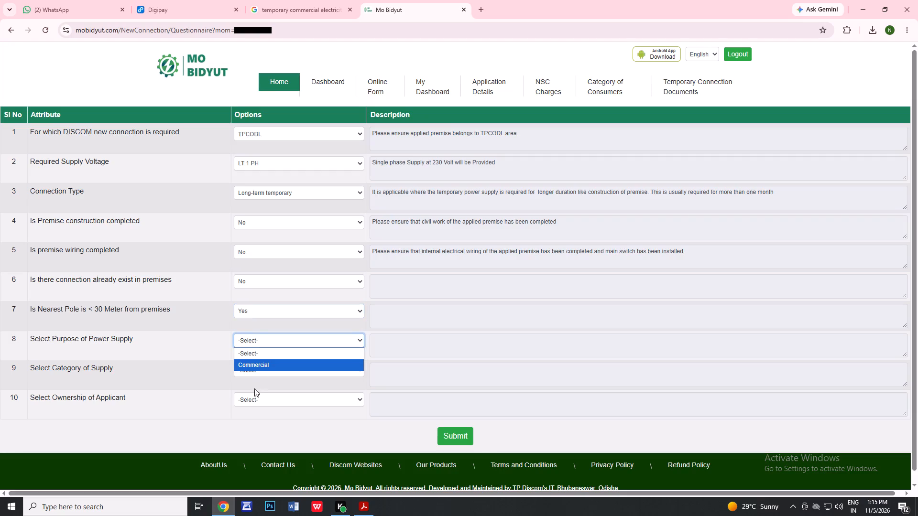
pyautogui.click(266, 362)
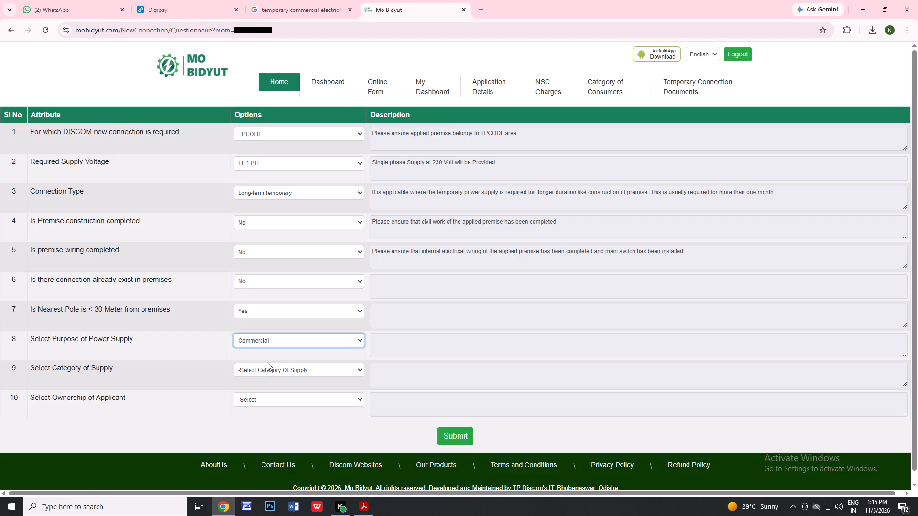
# Open the choices for the category of supply in the connection questionnaire.
pyautogui.click(264, 367)
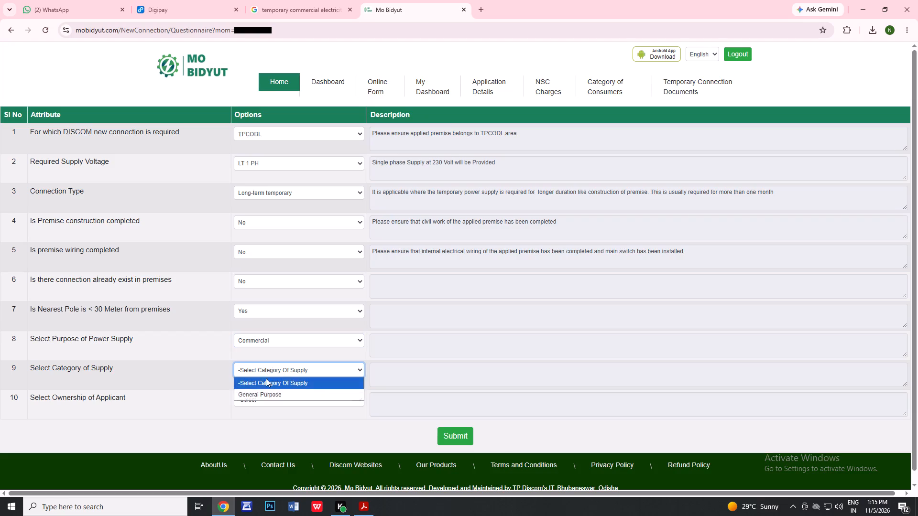
# Set the category of supply to General Purpose in the connection questionnaire.
pyautogui.click(266, 393)
# Set the ownership of the applicant to Owner and submit the connection questionnaire.
pyautogui.click(261, 401)
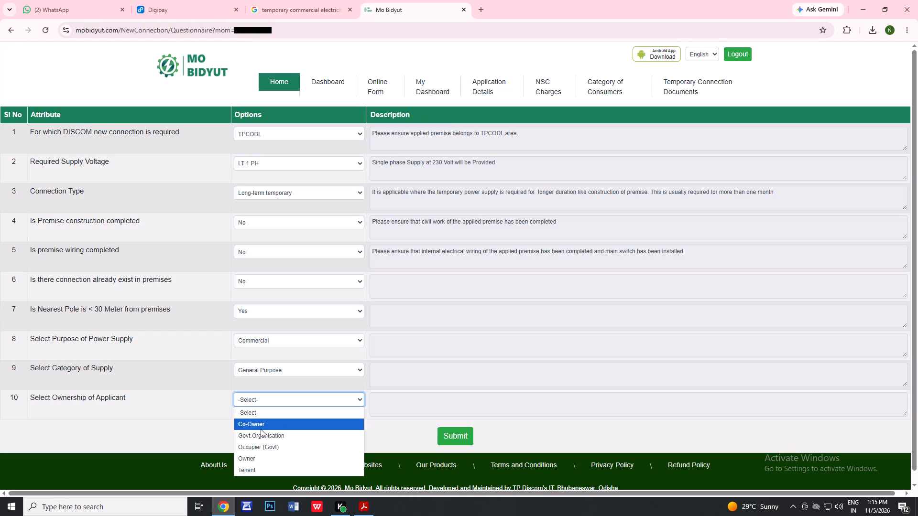
pyautogui.click(260, 454)
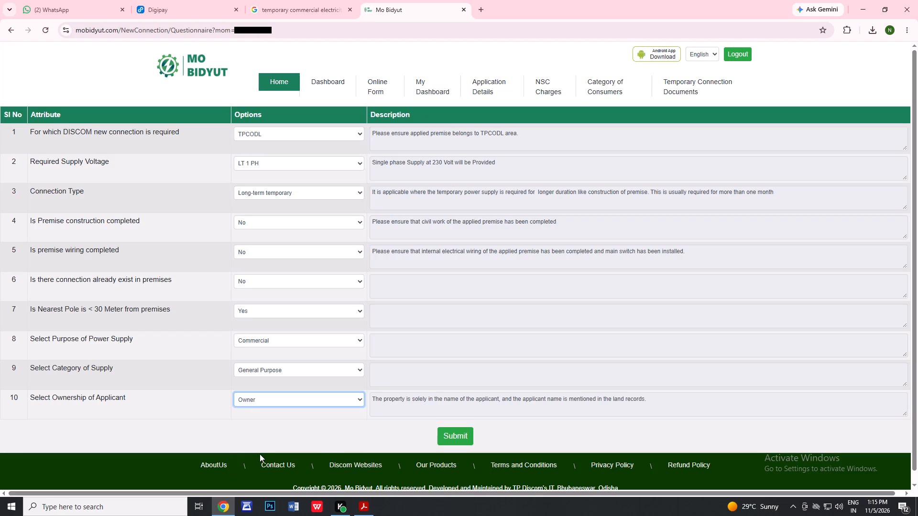
pyautogui.click(460, 433)
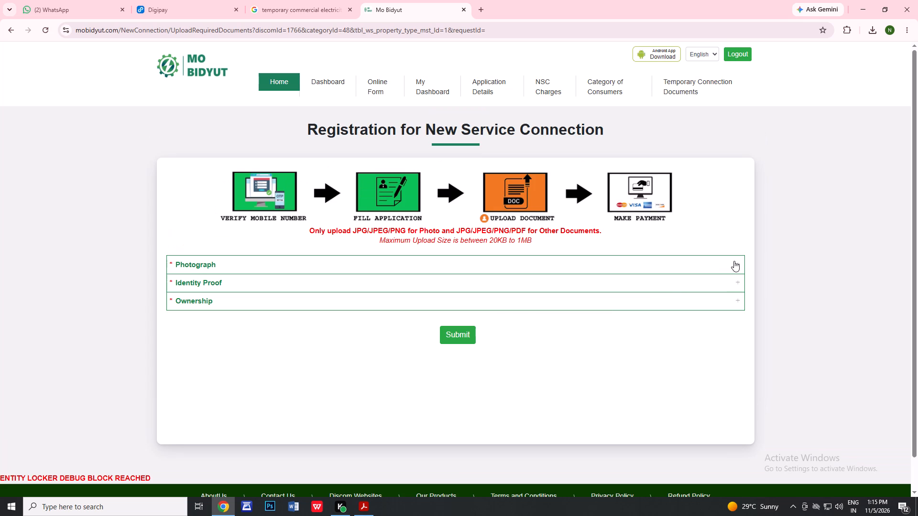
# Expand the Photograph section of the document upload stage for the new service connection.
pyautogui.click(735, 261)
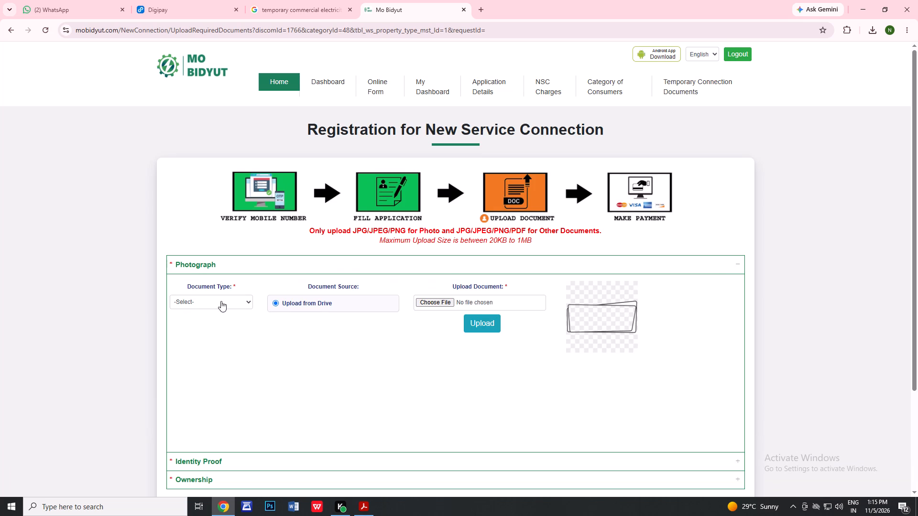
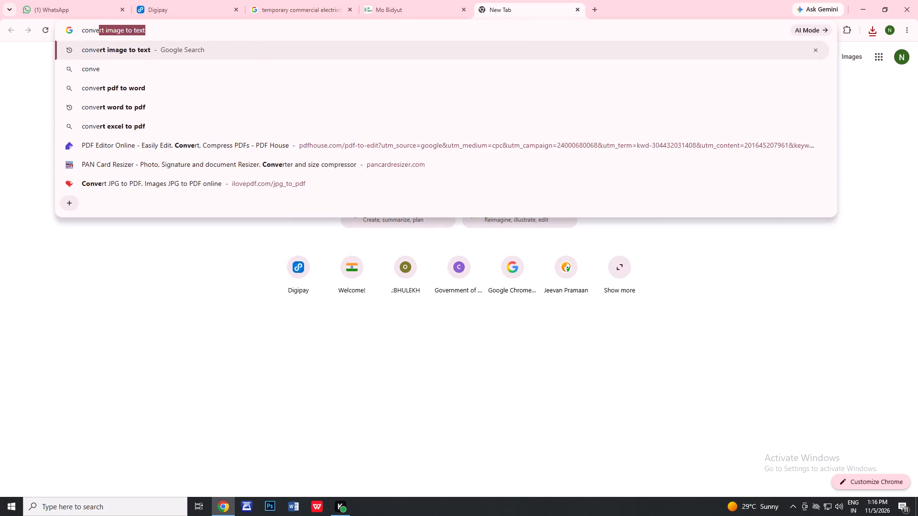
# Search the web for "convert pdf to jpg" and open iLovePDF's PDF to JPG converter from the results.
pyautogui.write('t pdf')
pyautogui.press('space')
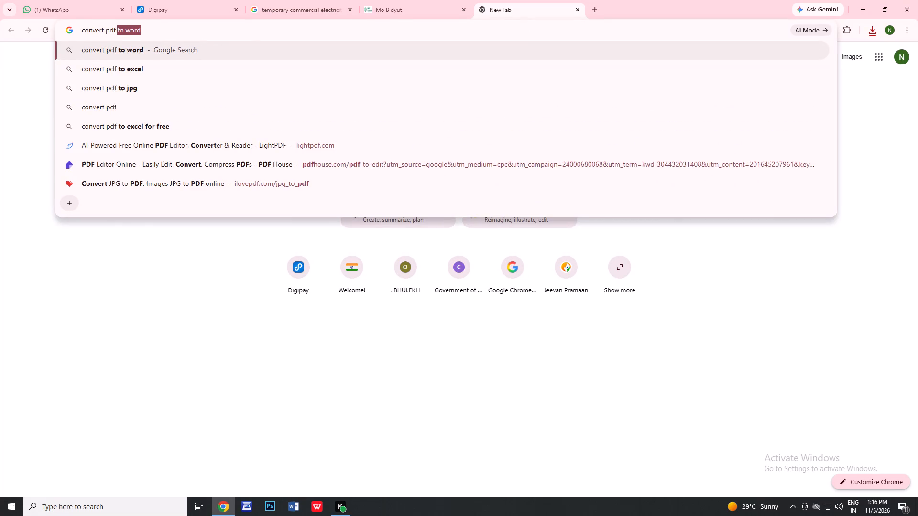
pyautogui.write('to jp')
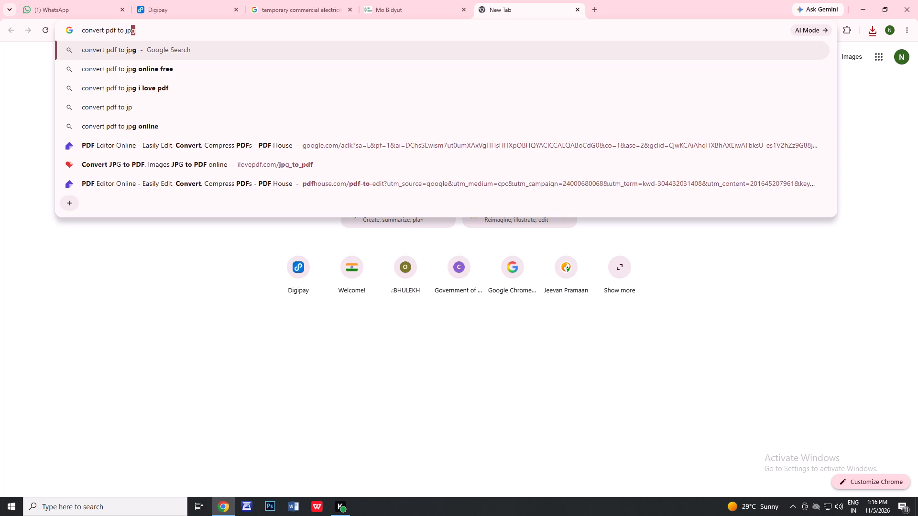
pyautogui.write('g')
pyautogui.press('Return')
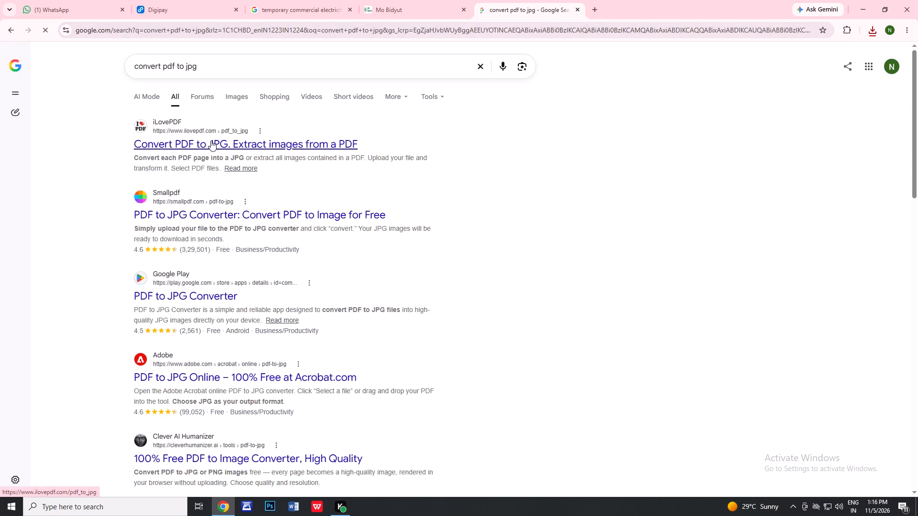
pyautogui.click(211, 141)
# Open the file chooser for selecting the PDF to convert to JPG.
pyautogui.click(418, 169)
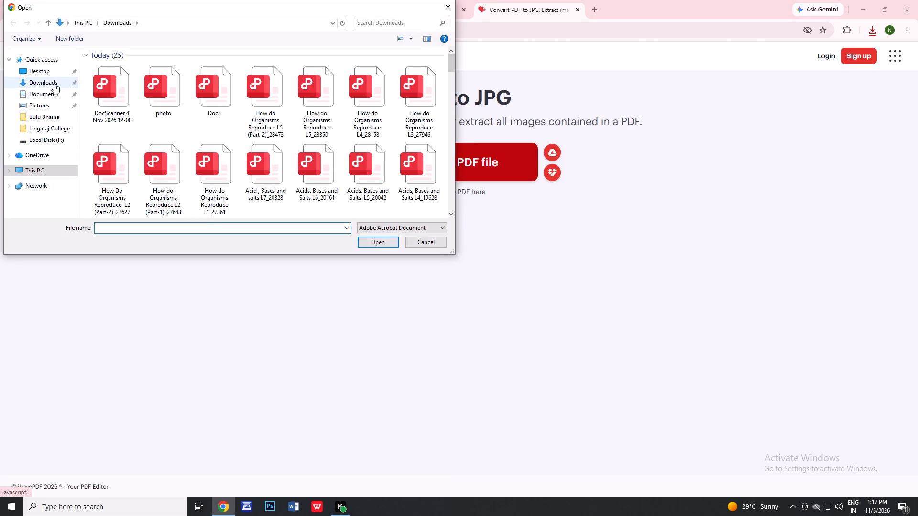
# Load DocScanner 4 Nov 2026 12-08 from the Downloads folder into the PDF to JPG converter.
pyautogui.click(44, 82)
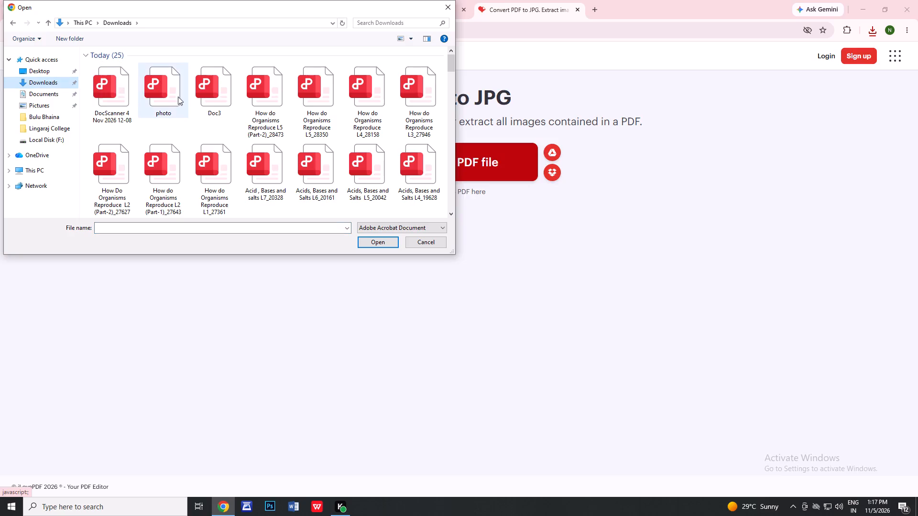
pyautogui.click(164, 97)
pyautogui.click(114, 99)
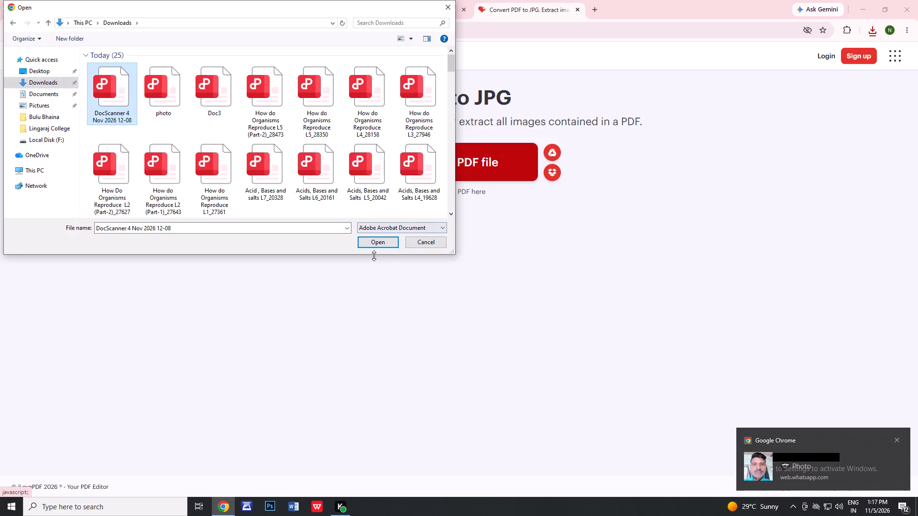
pyautogui.click(376, 246)
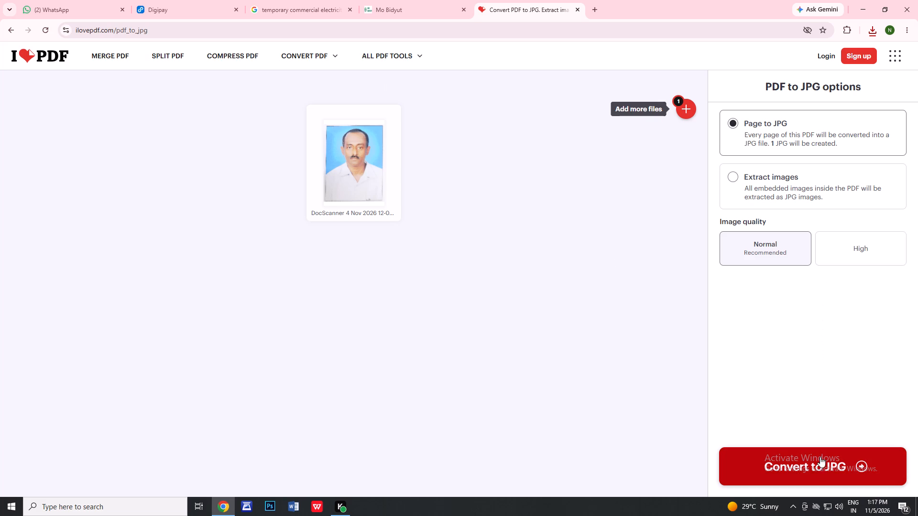
# Convert the PDF page to JPG at High image quality, download the result and close its preview.
pyautogui.click(870, 246)
pyautogui.click(775, 462)
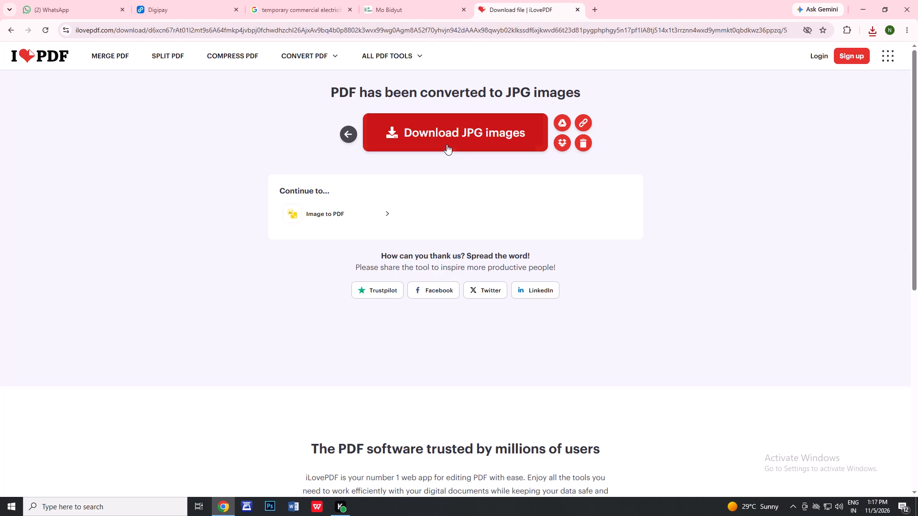
pyautogui.click(447, 136)
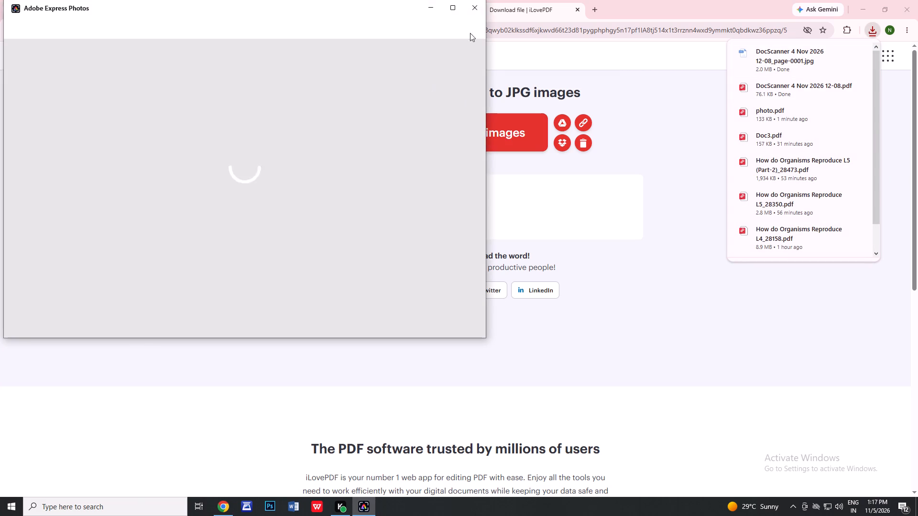
pyautogui.click(478, 5)
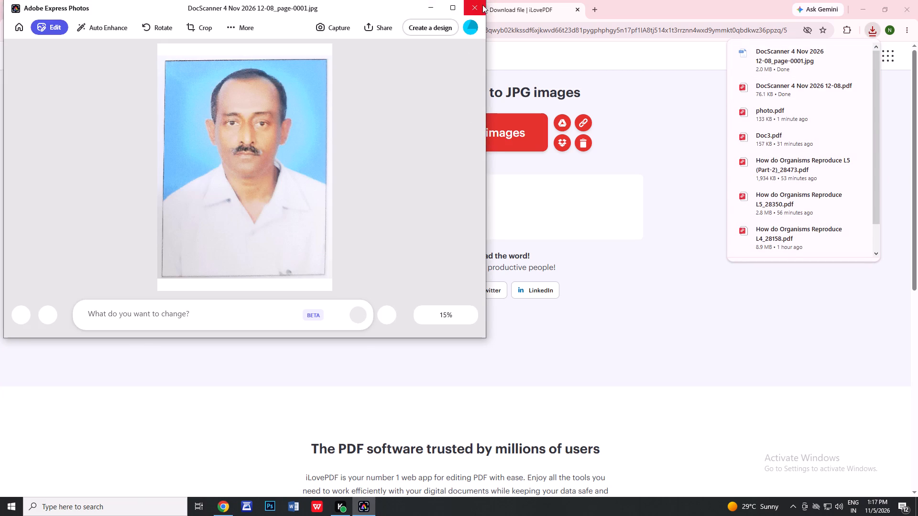
pyautogui.click(475, 9)
# Return to the Mo Bidyut document upload page, browse Downloads for the Photograph file, and rename the converted JPG as image.
pyautogui.click(417, 12)
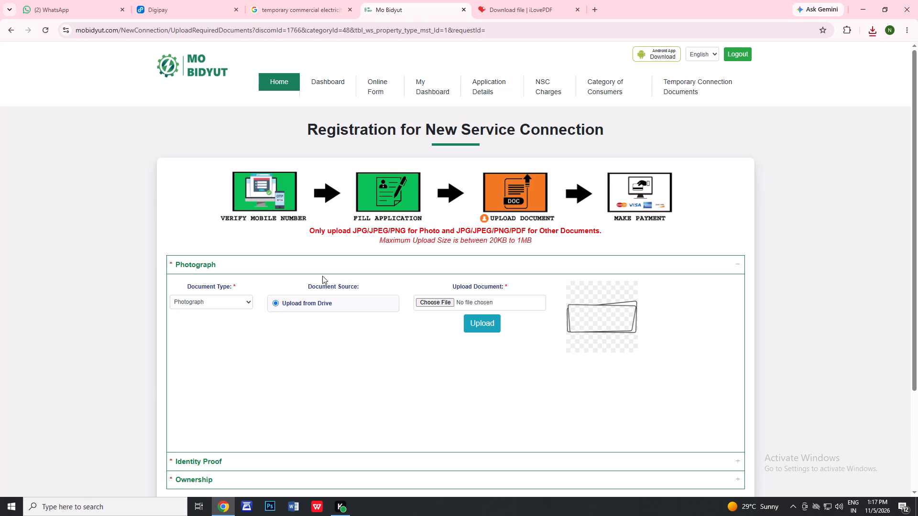
pyautogui.click(426, 305)
pyautogui.click(37, 85)
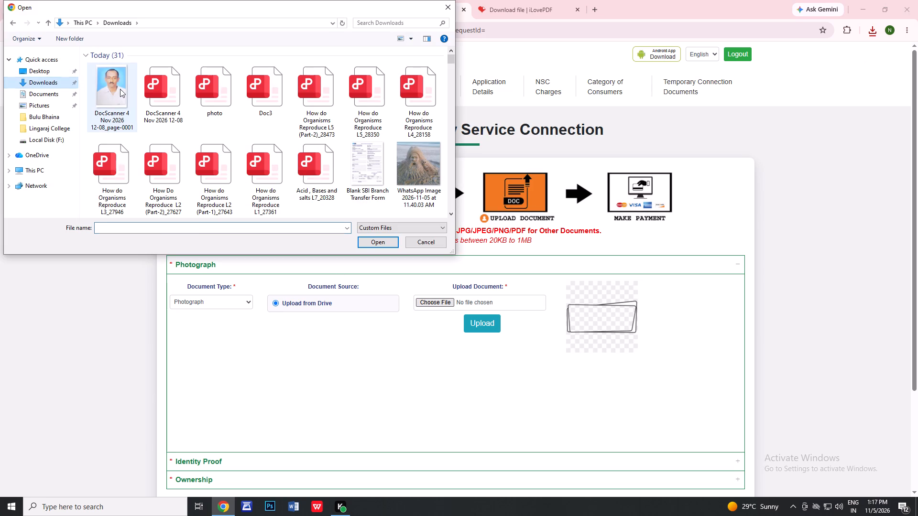
pyautogui.rightClick(120, 89)
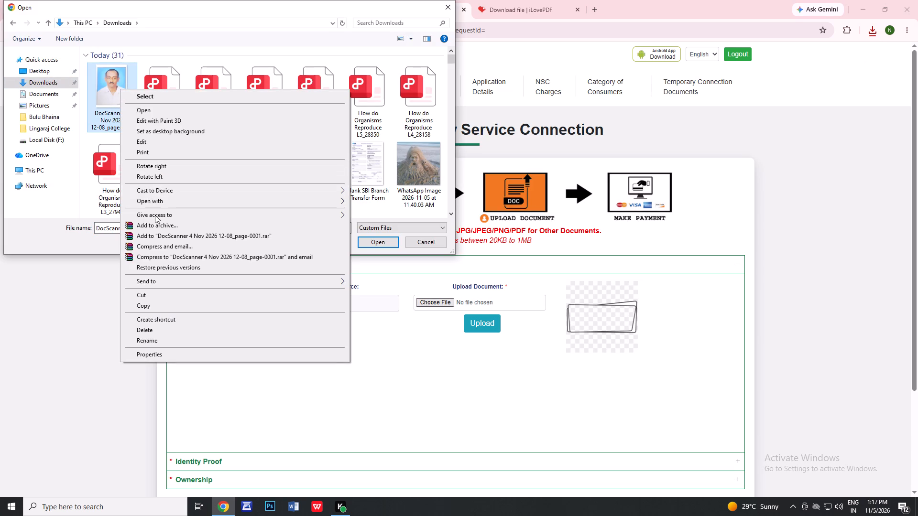
pyautogui.click(150, 339)
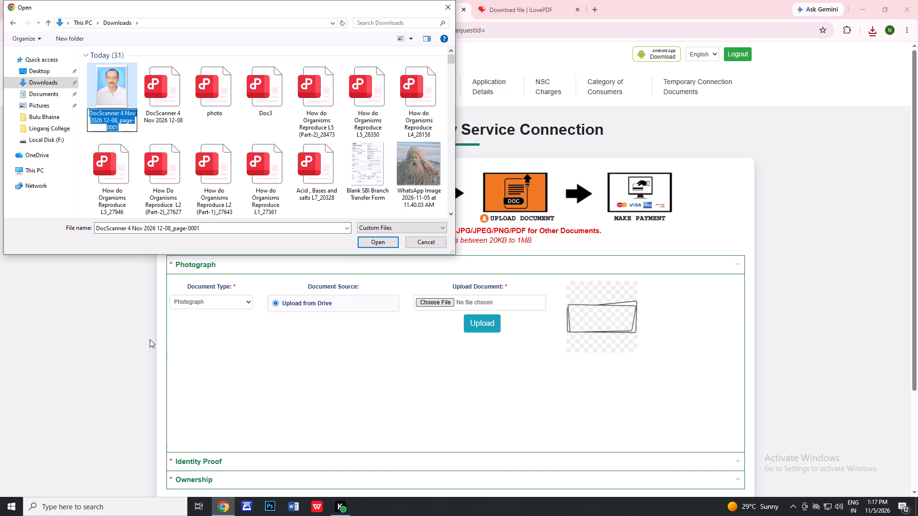
pyautogui.write('image')
pyautogui.press('Return')
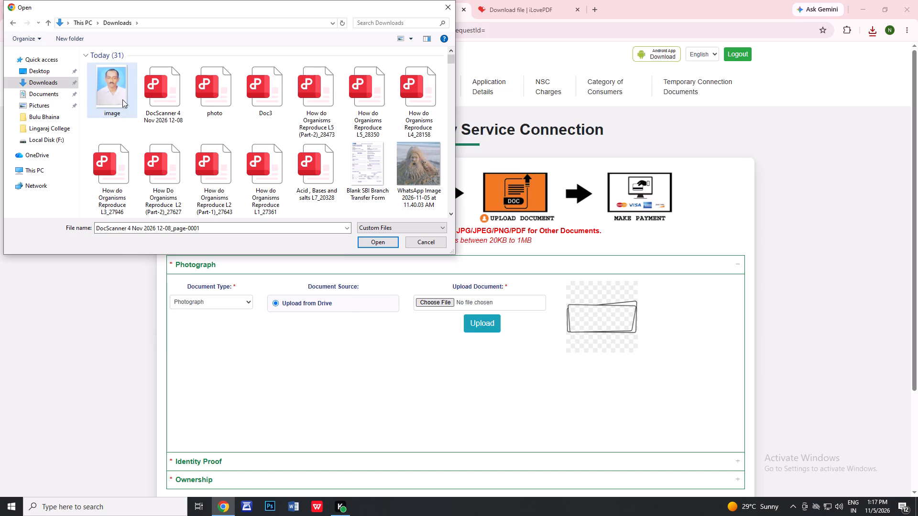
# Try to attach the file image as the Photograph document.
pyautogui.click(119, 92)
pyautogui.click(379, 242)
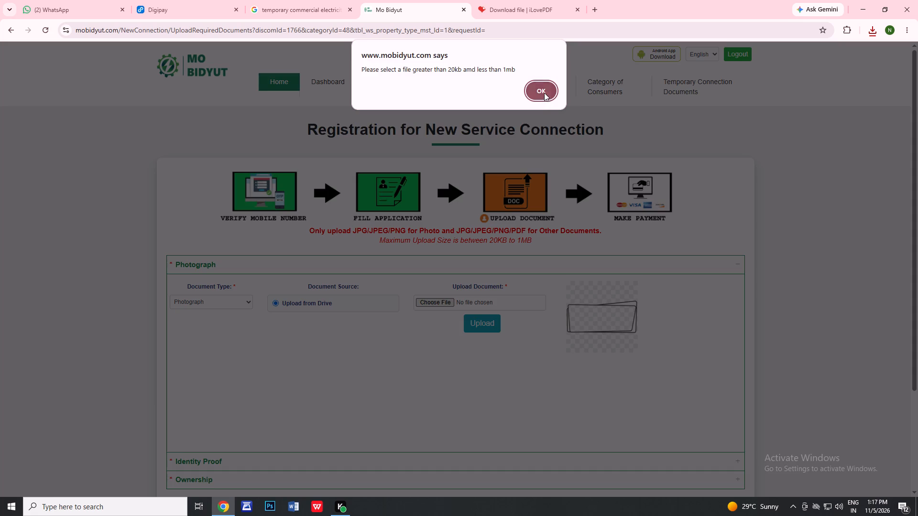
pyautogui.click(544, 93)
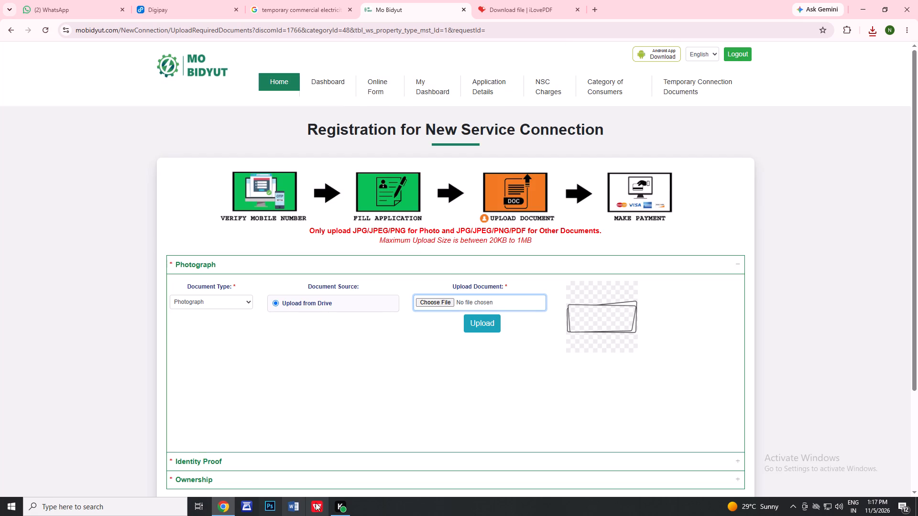
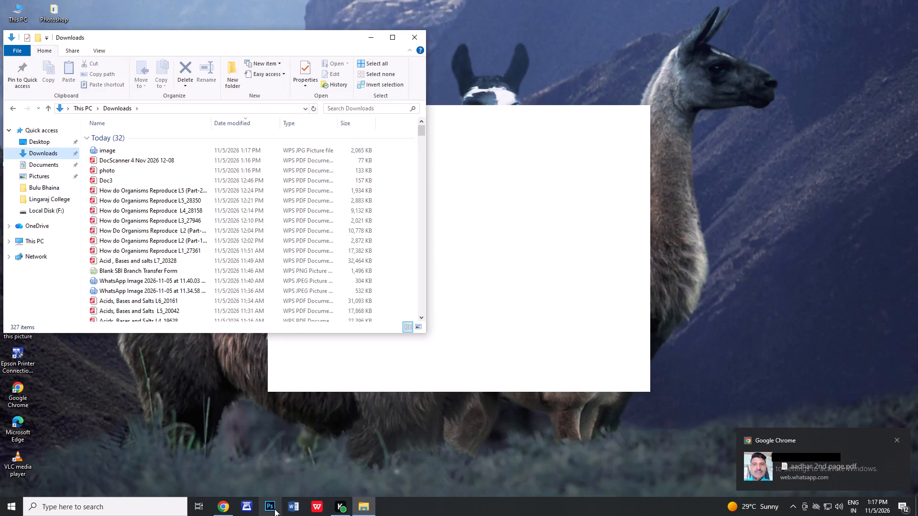
pyautogui.click(225, 504)
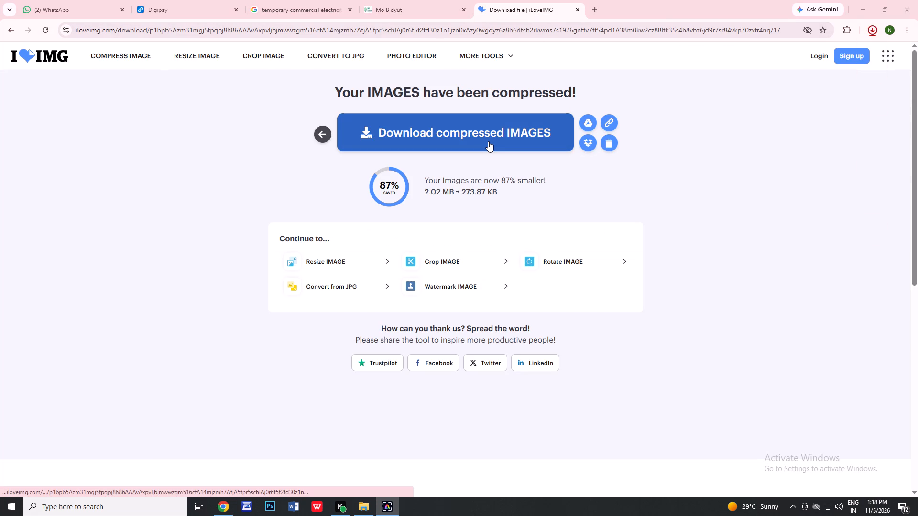
# Return to the Mo Bidyut document upload page and browse the Downloads folder for the Photograph file.
pyautogui.click(404, 6)
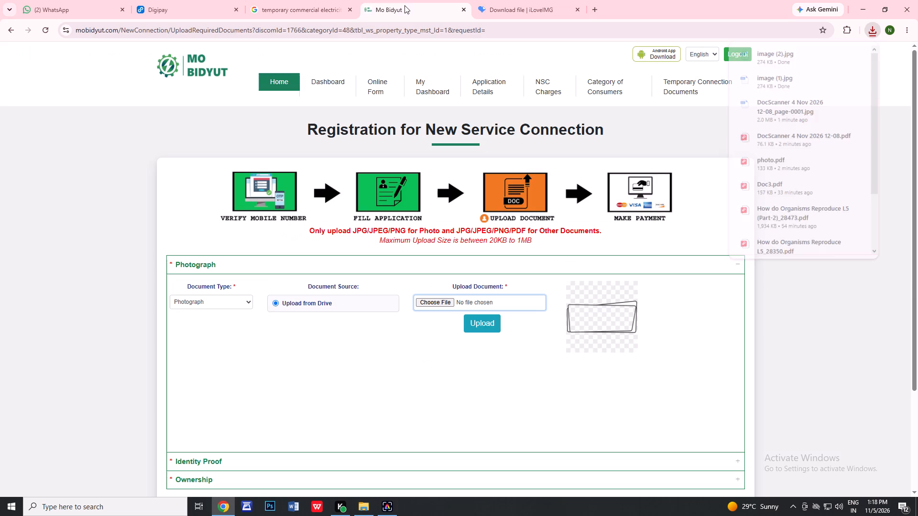
pyautogui.click(444, 301)
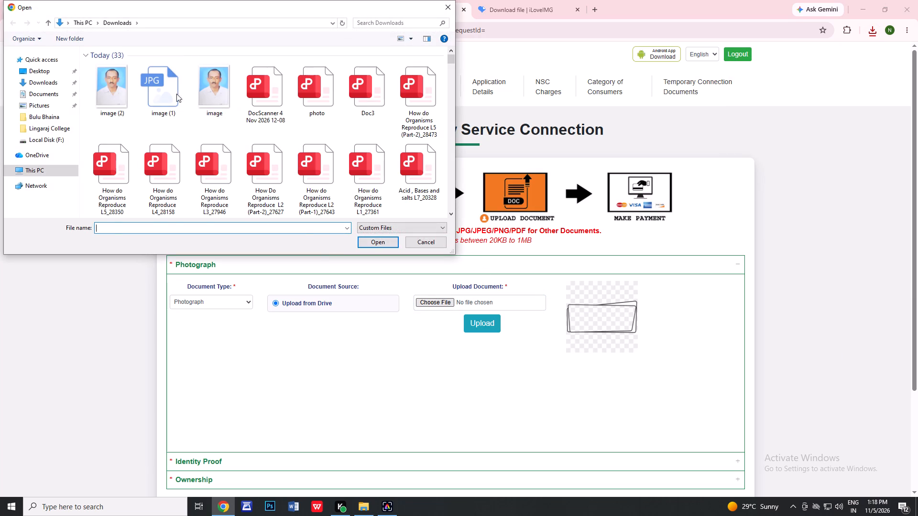
# Attach image (1) from the Downloads folder as the Photograph document and upload it.
pyautogui.click(164, 95)
pyautogui.click(372, 245)
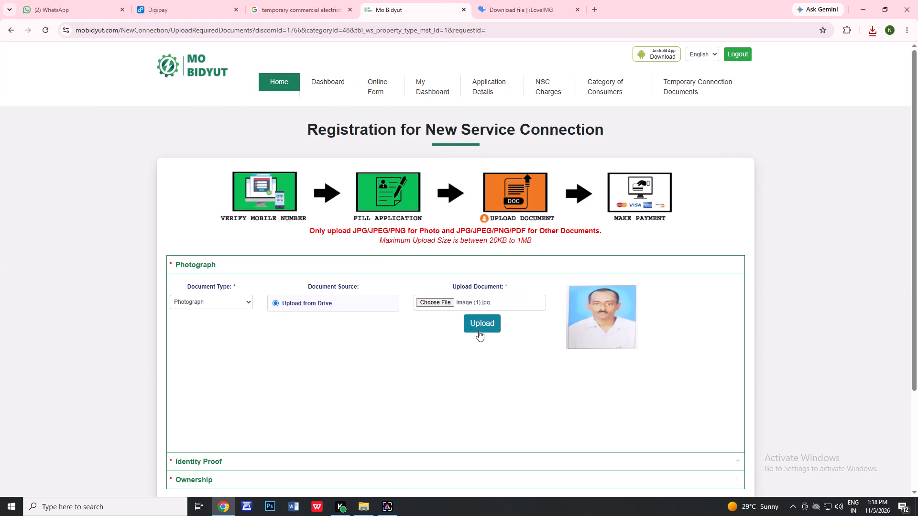
pyautogui.click(479, 331)
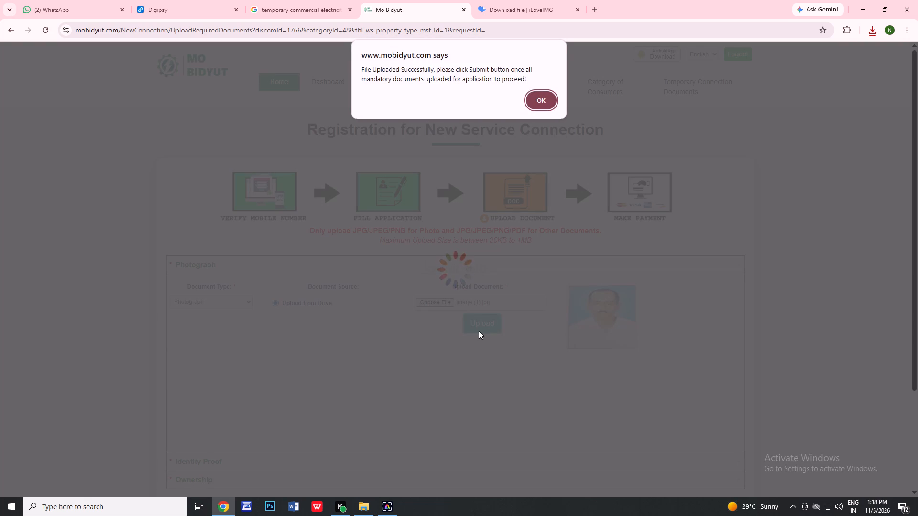